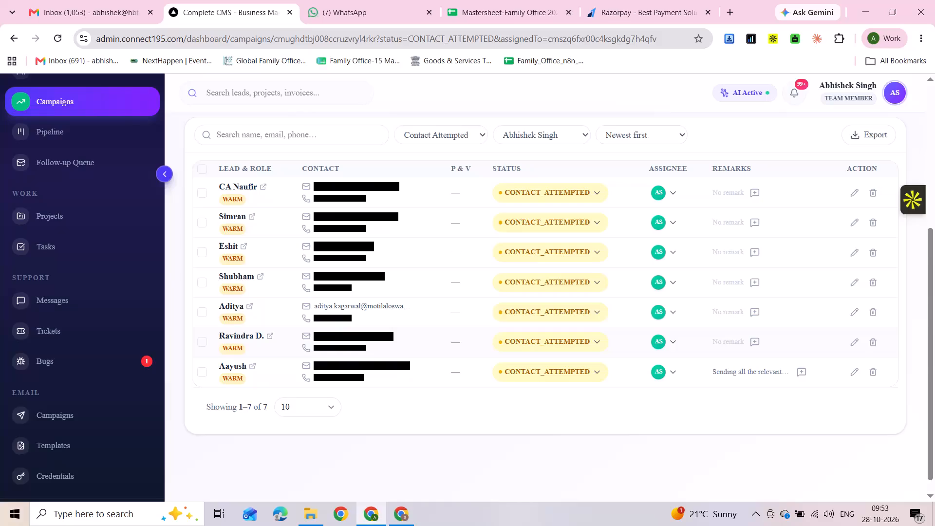
Filter the campaign's leads to the Negotiation status and show 50 leads per page.
double_click(464, 135)
left_click(458, 131)
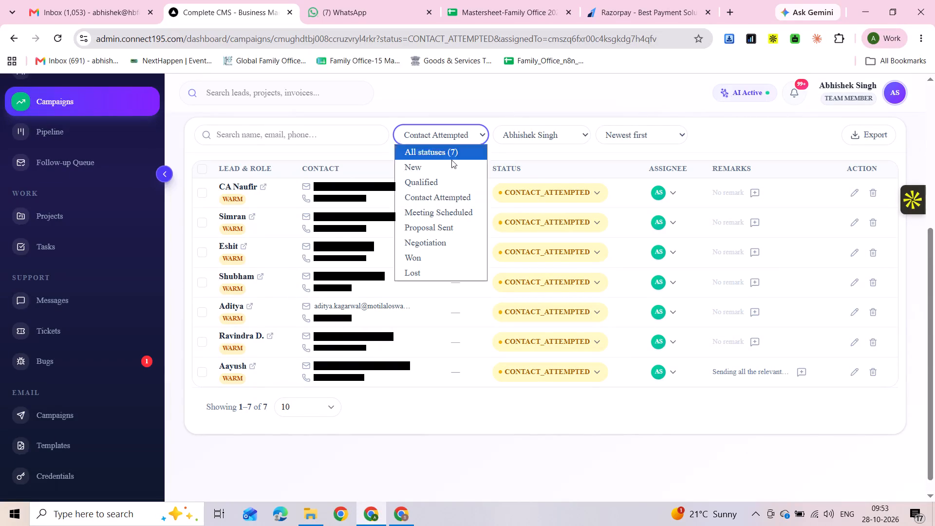
left_click(428, 243)
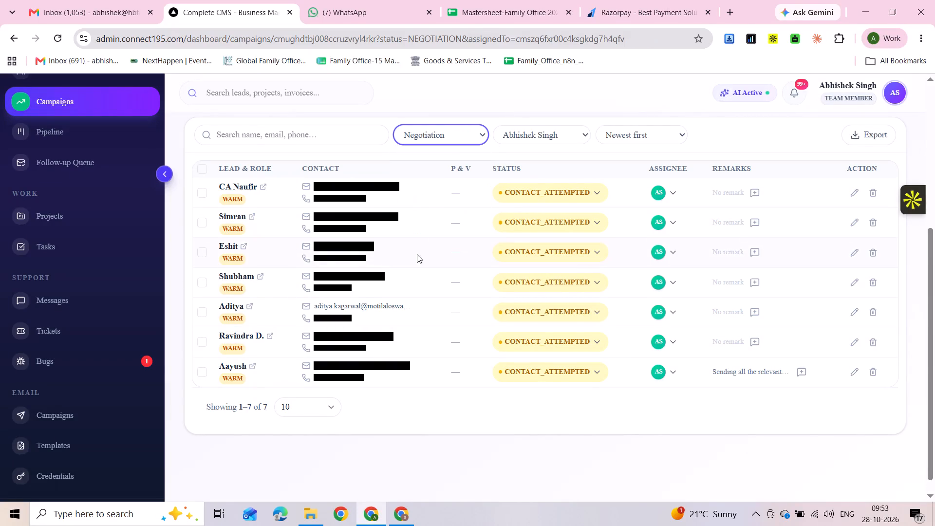
scroll(385, 309, "down", 3)
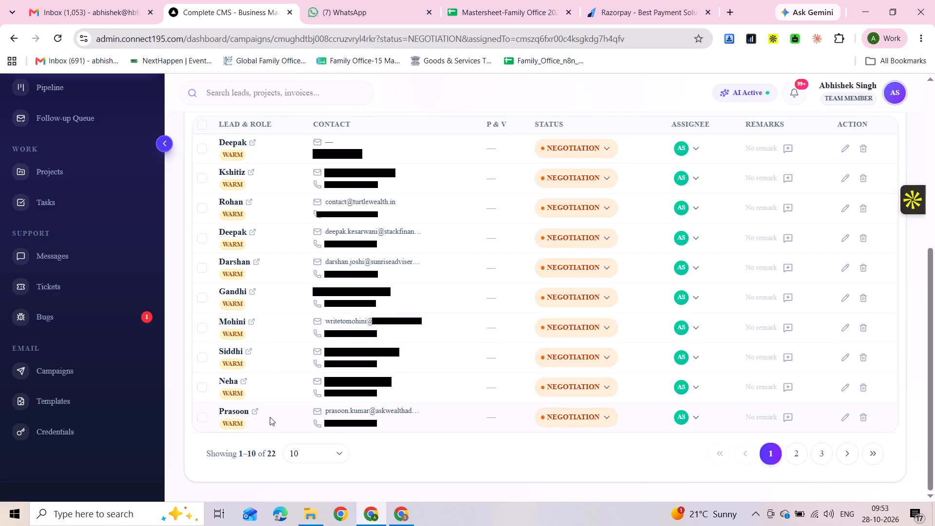
left_click(321, 457)
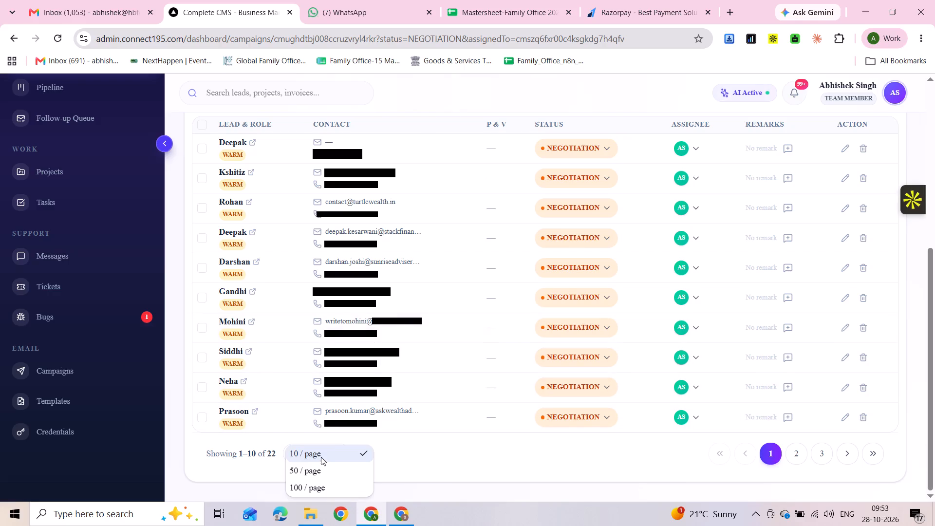
scroll(317, 465, "down", 1)
left_click(318, 468)
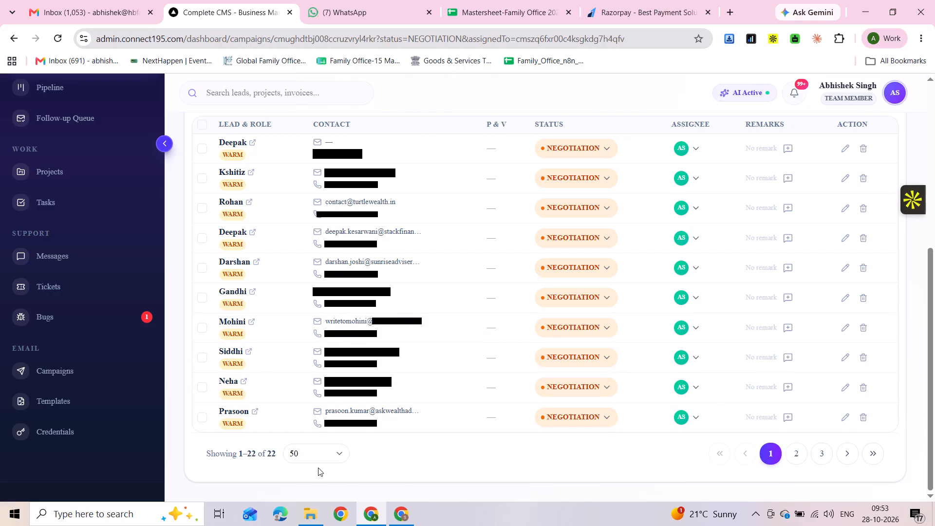
Open the lead Sanket and review the contact information, custom fields, activity timeline and discussion notes.
scroll(343, 383, "down", 3)
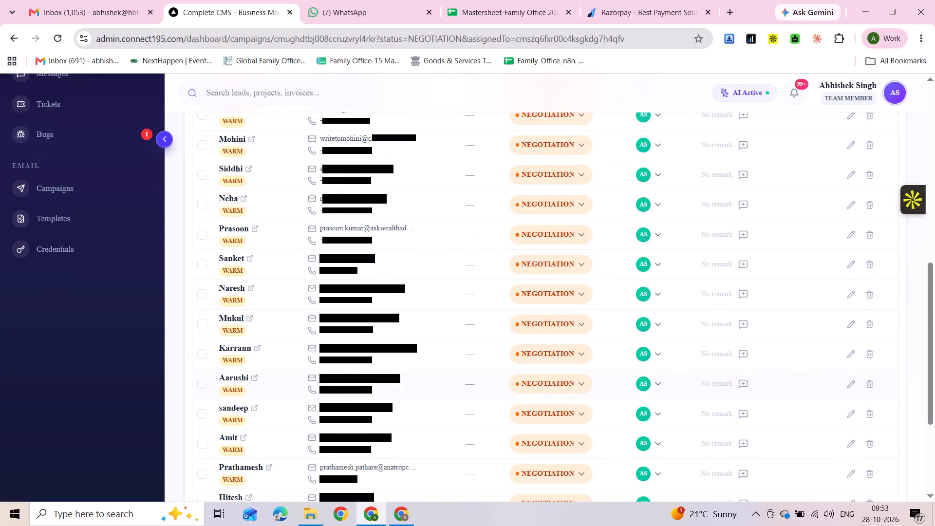
left_click(231, 260)
scroll(351, 313, "down", 4)
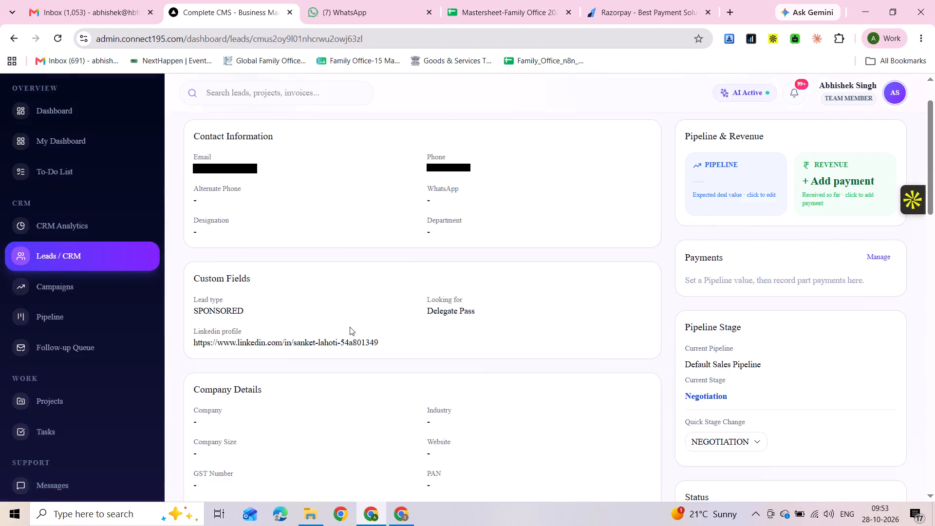
scroll(350, 327, "down", 6)
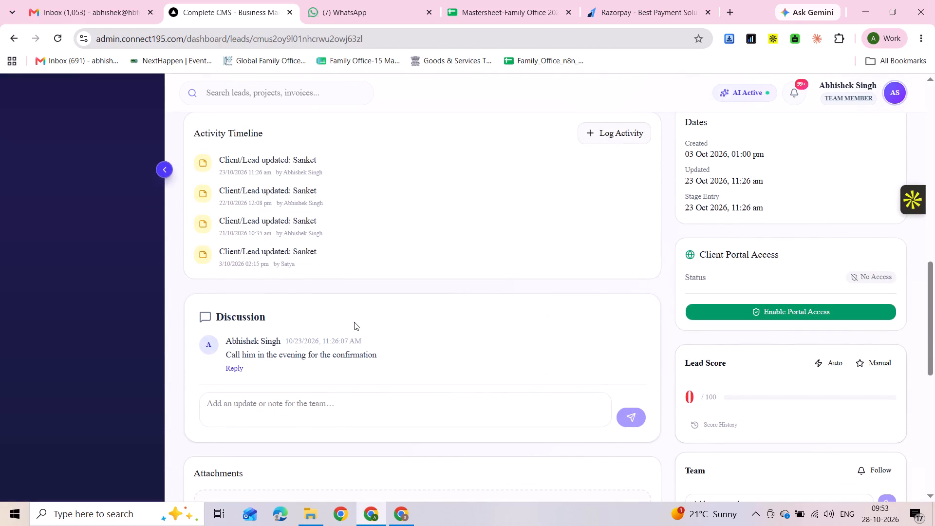
scroll(359, 317, "up", 15)
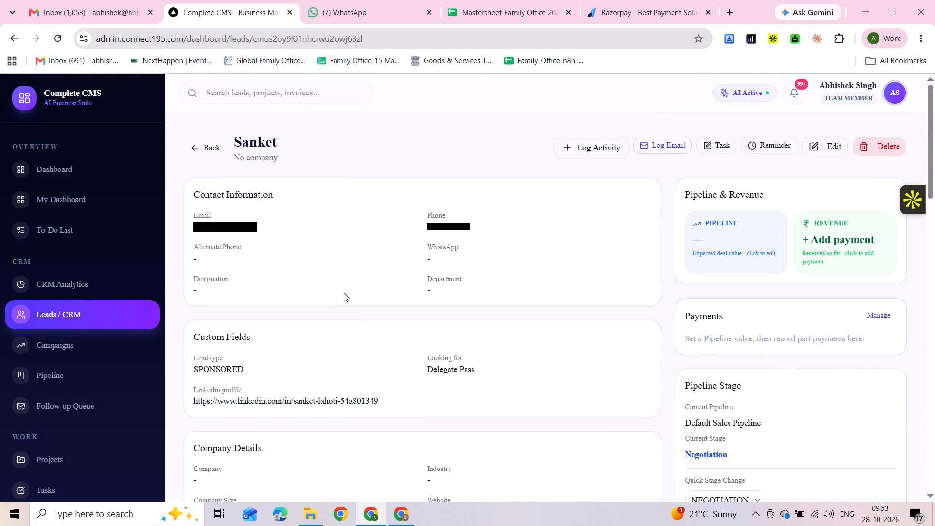
Return to the campaign's lead list and look through the leads in Negotiation.
double_click(200, 150)
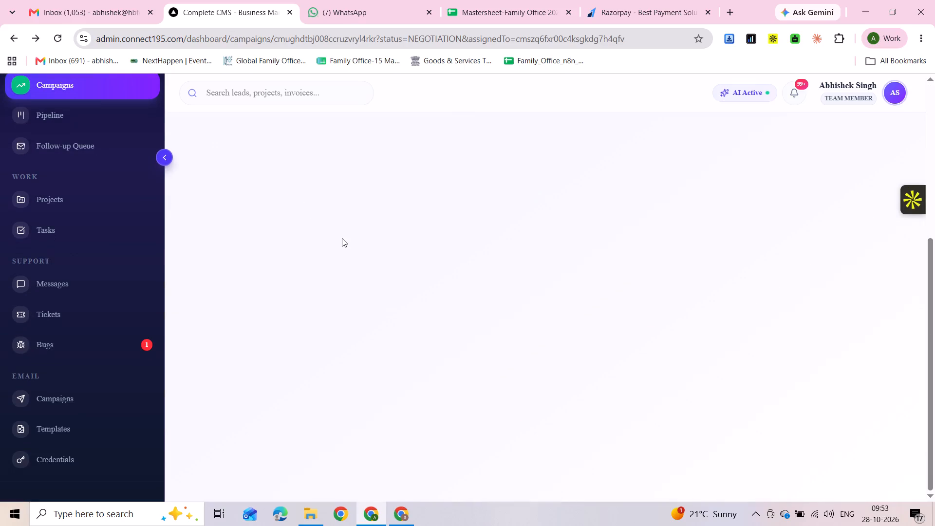
left_click(388, 100)
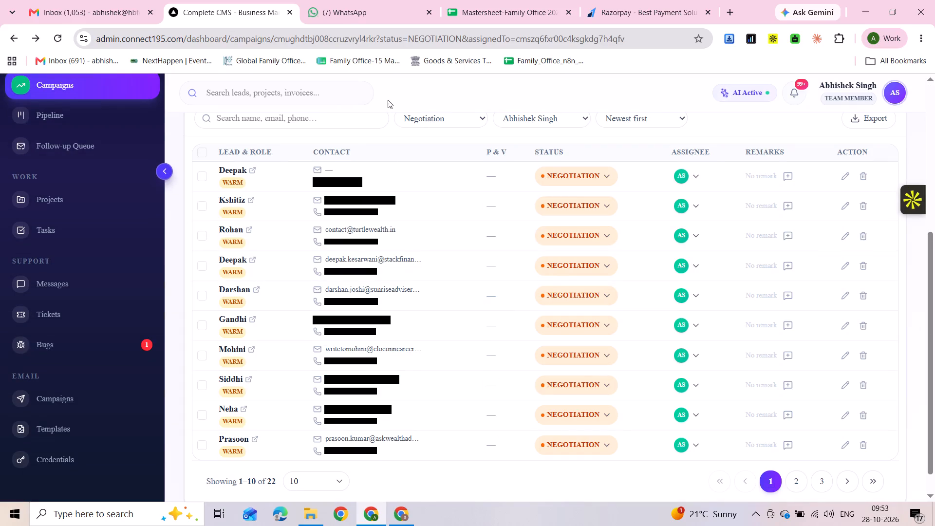
scroll(358, 317, "down", 2)
scroll(340, 339, "up", 1)
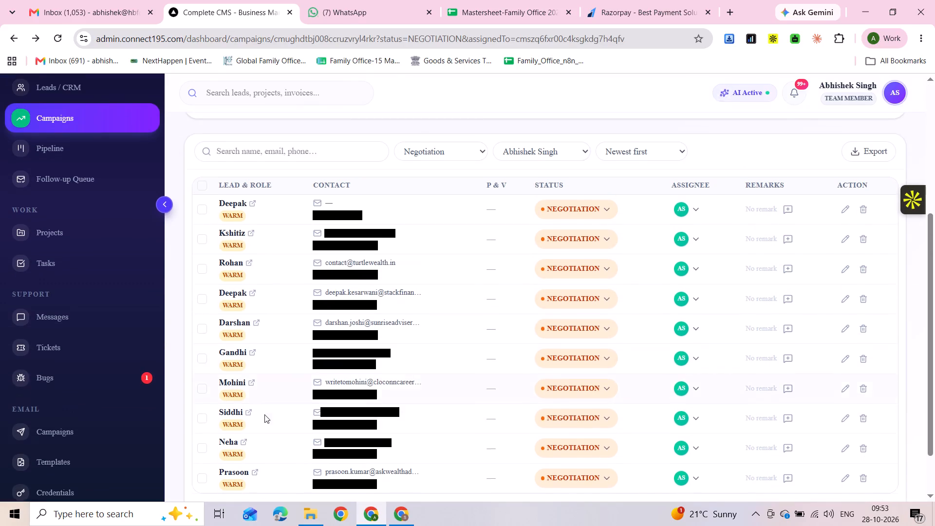
scroll(266, 415, "down", 3)
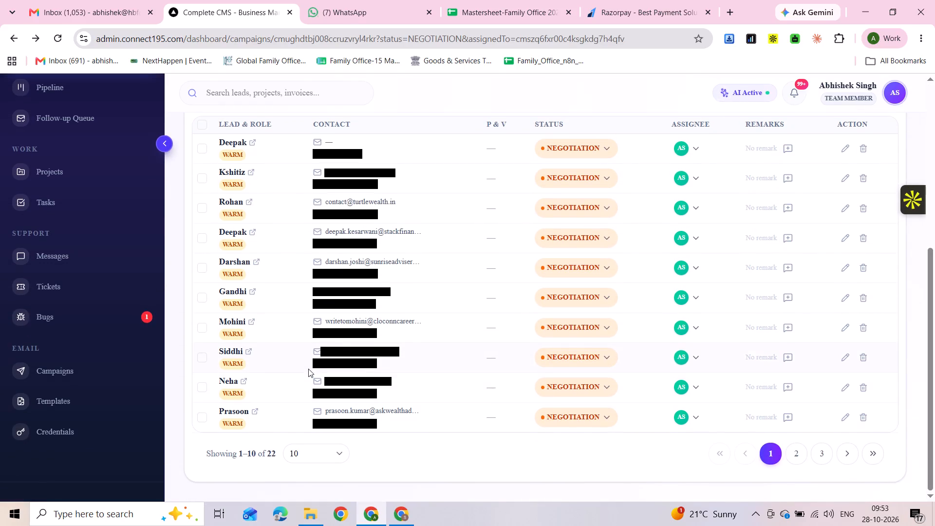
scroll(330, 345, "up", 2)
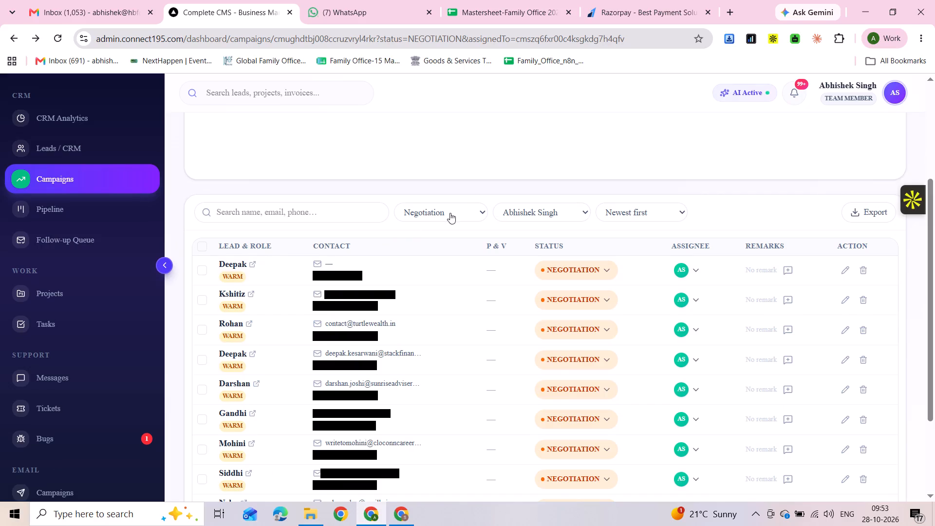
Open the Linkedin-family-office-leads-v2 campaign from the list of all campaigns.
left_click(113, 173)
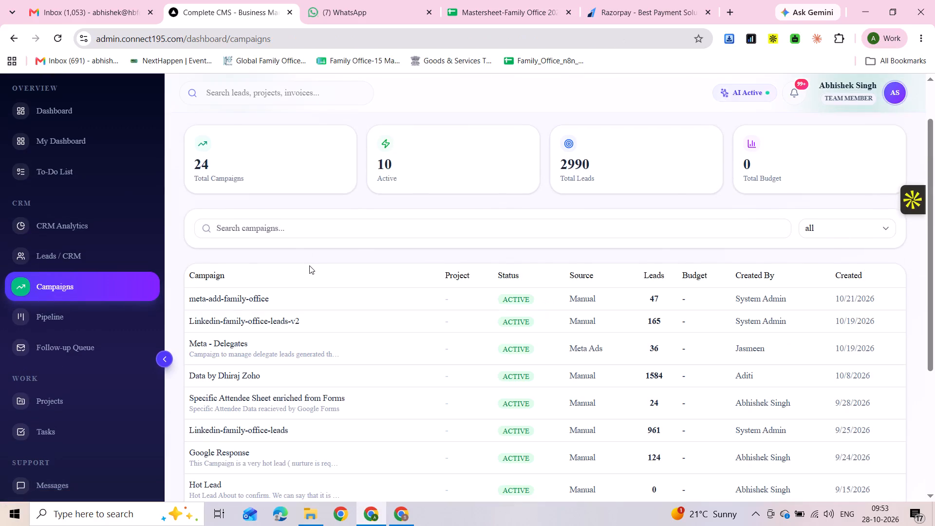
left_click(208, 322)
Filter the campaign's leads to those assigned to the signed-in team member.
scroll(331, 330, "down", 3)
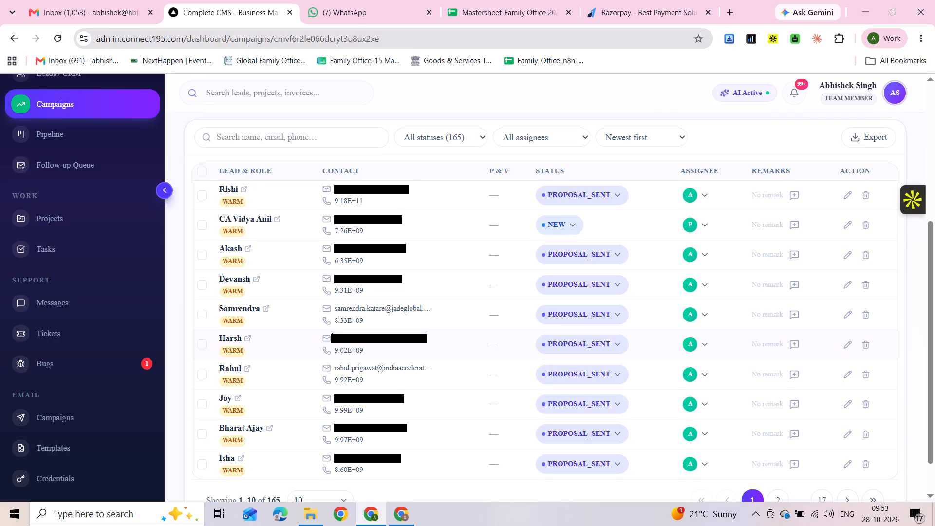
scroll(332, 333, "down", 1)
scroll(474, 302, "up", 2)
left_click(533, 215)
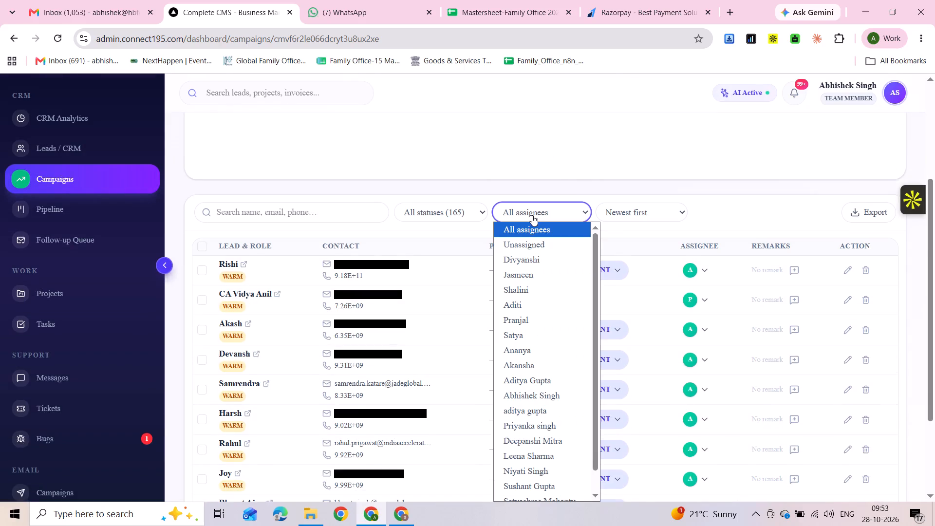
double_click(505, 392)
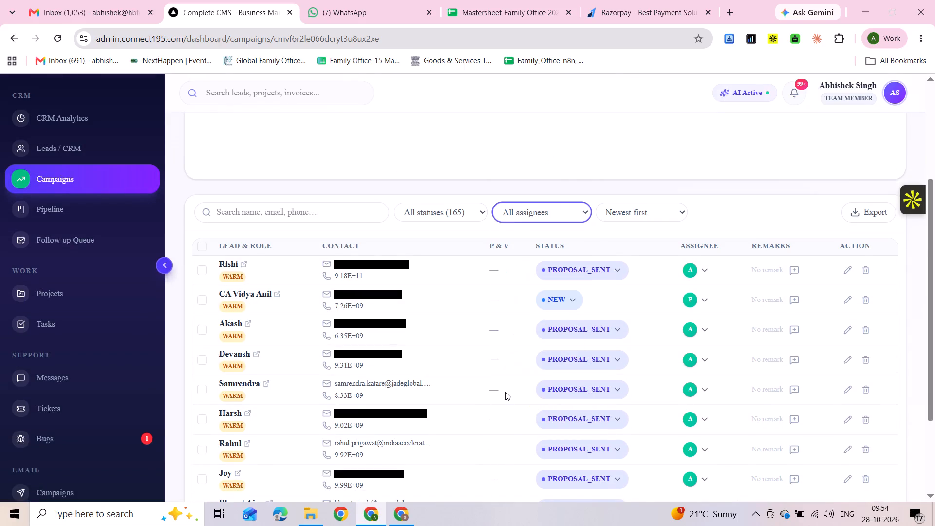
Filter the assigned leads to the Proposal Sent status and look through them.
left_click(419, 210)
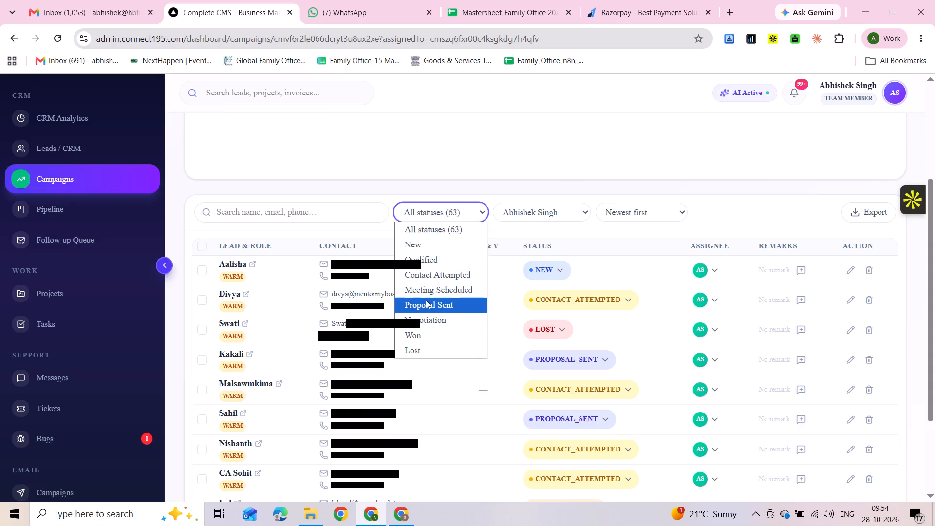
double_click(426, 300)
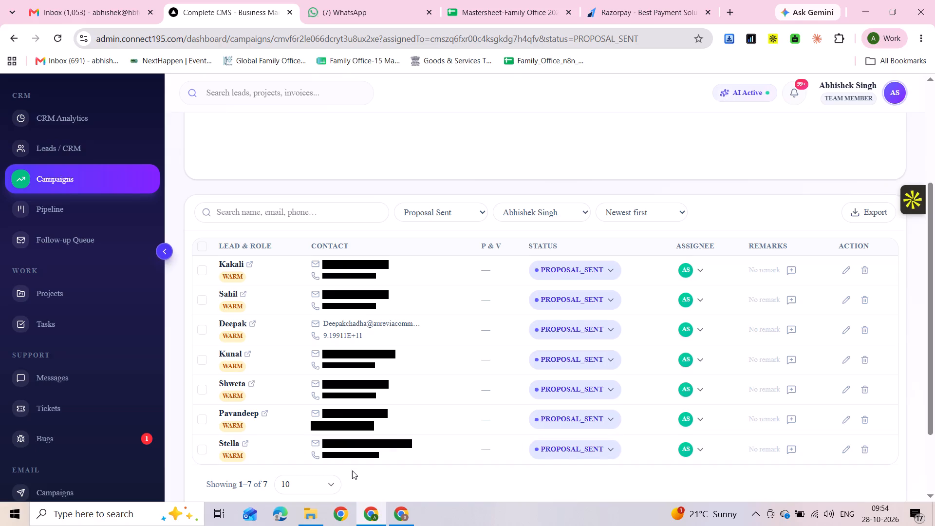
scroll(353, 452, "down", 1)
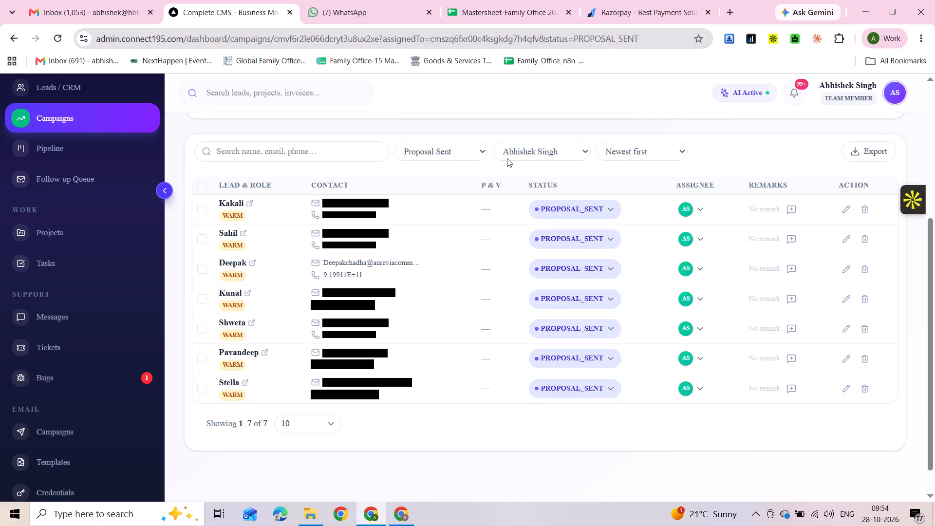
Switch the lead status filter to New and look through the assigned leads.
double_click(465, 154)
left_click(443, 145)
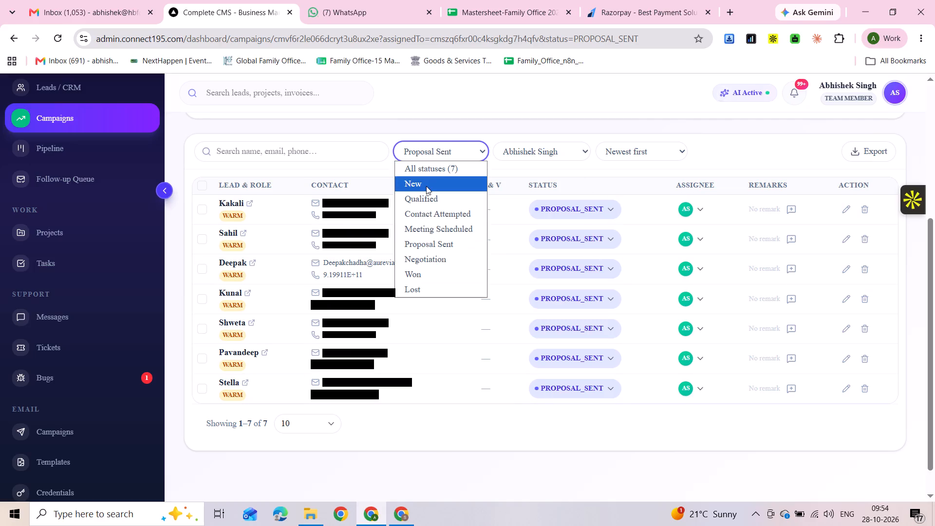
left_click(426, 185)
scroll(430, 251, "down", 1)
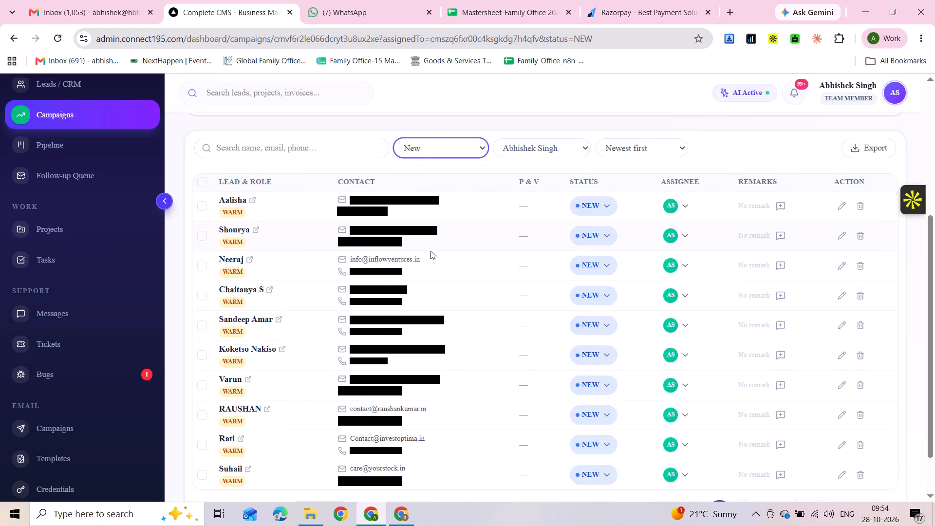
Change the lead status of Shourya in the filtered campaign list to Proposal Sent.
scroll(430, 251, "down", 1)
scroll(430, 251, "up", 1)
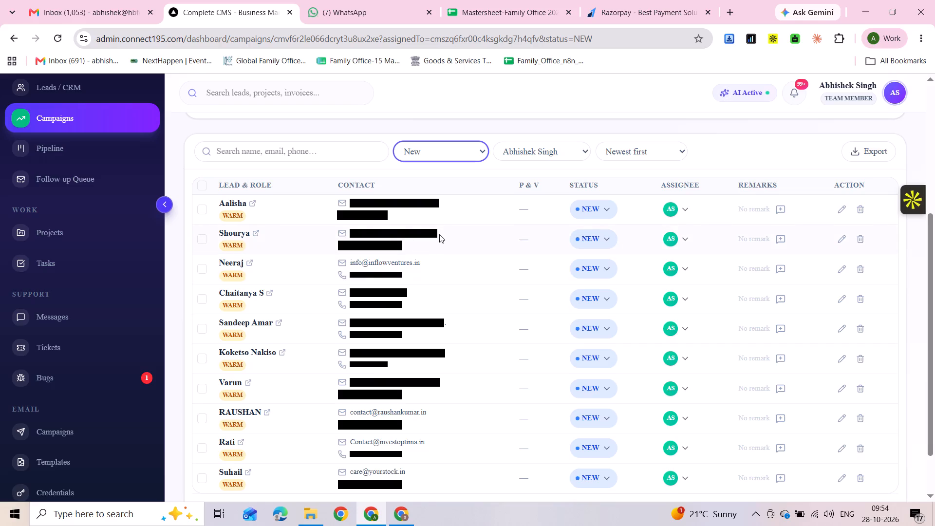
left_click(593, 236)
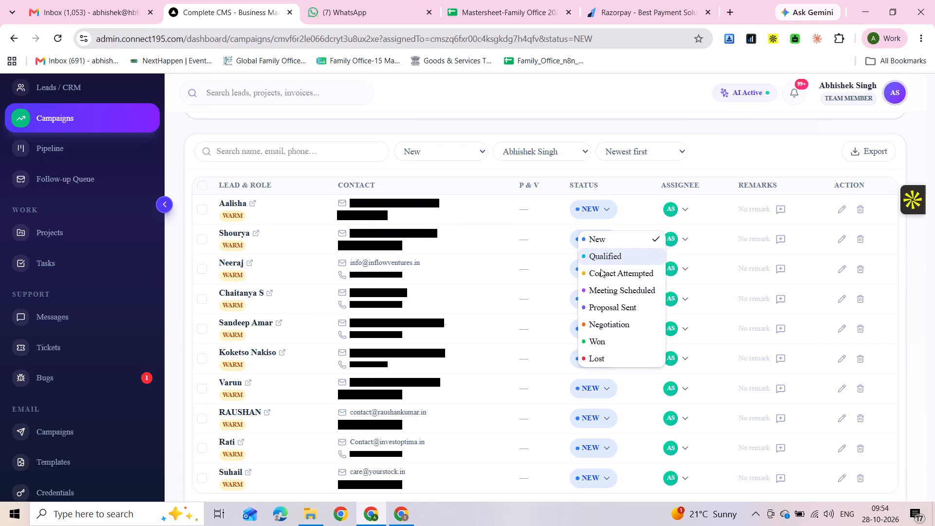
left_click(599, 311)
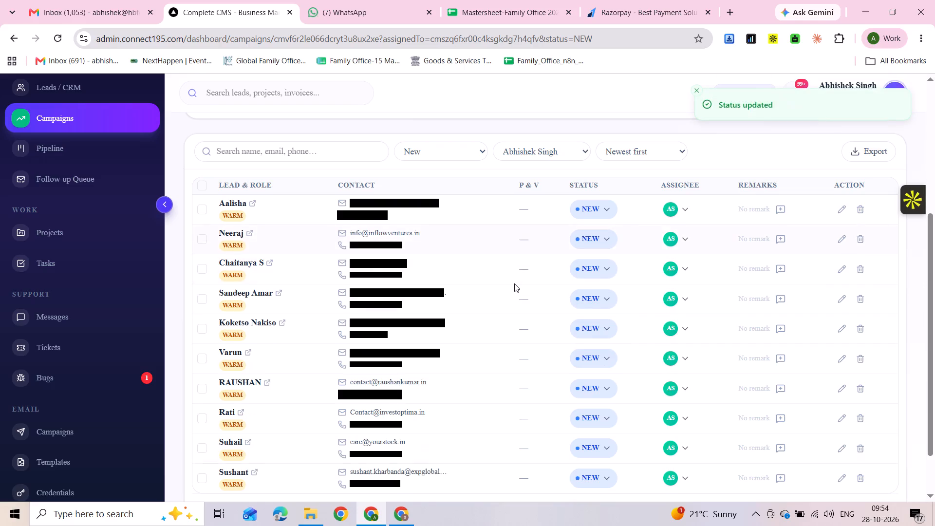
double_click(449, 150)
double_click(449, 150)
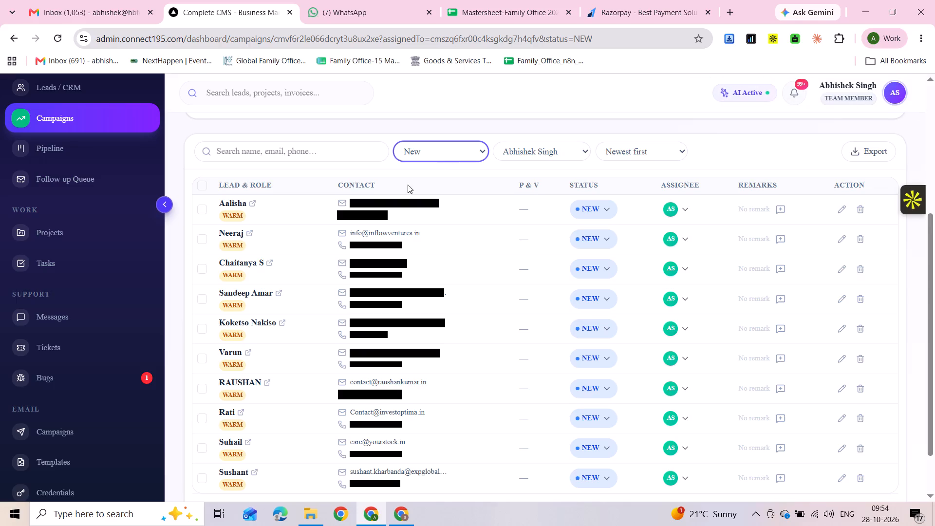
left_click(422, 232)
left_click_drag(422, 232, 393, 237)
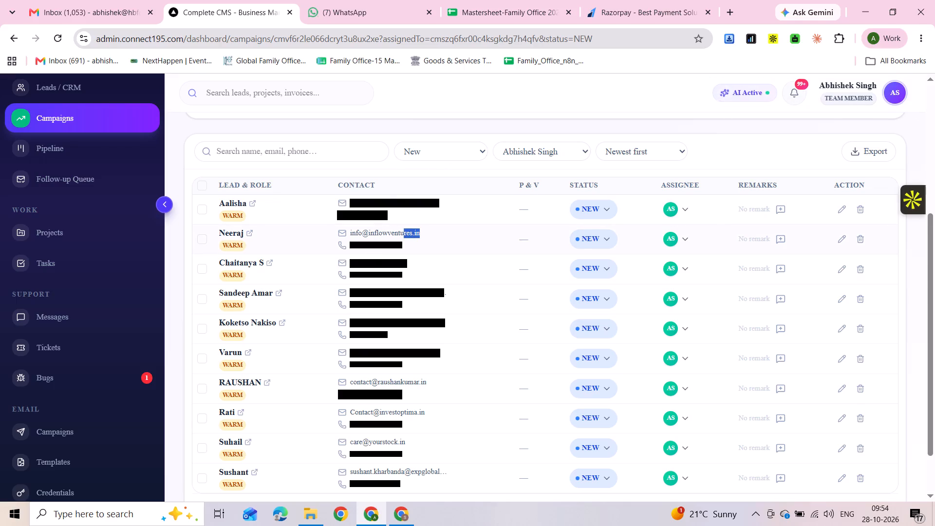
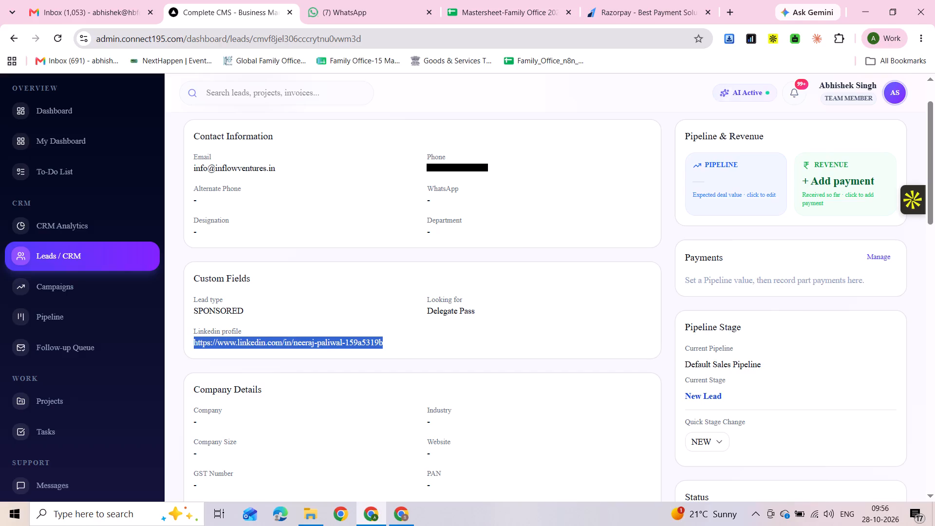
Copy the LinkedIn profile URL from the lead's custom fields and open a new browser tab for it.
right_click(222, 343)
left_click(254, 157)
left_click(735, 13)
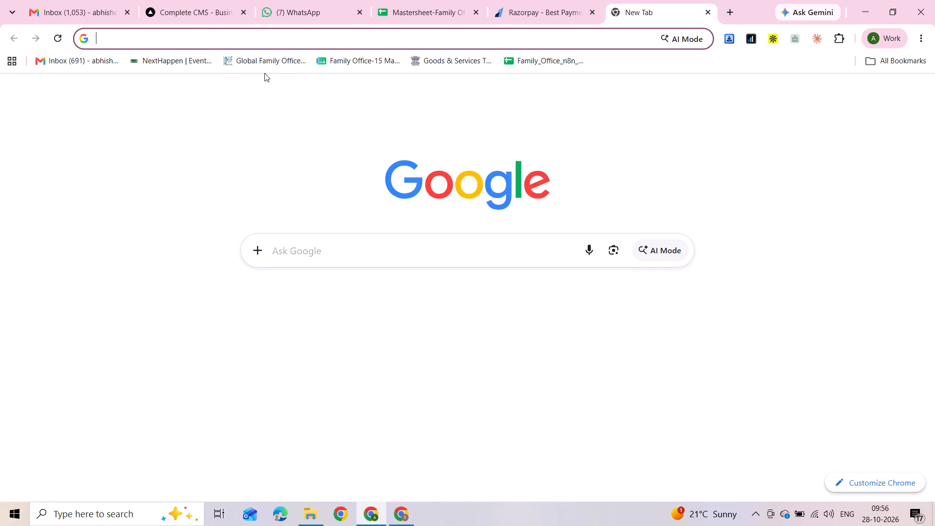
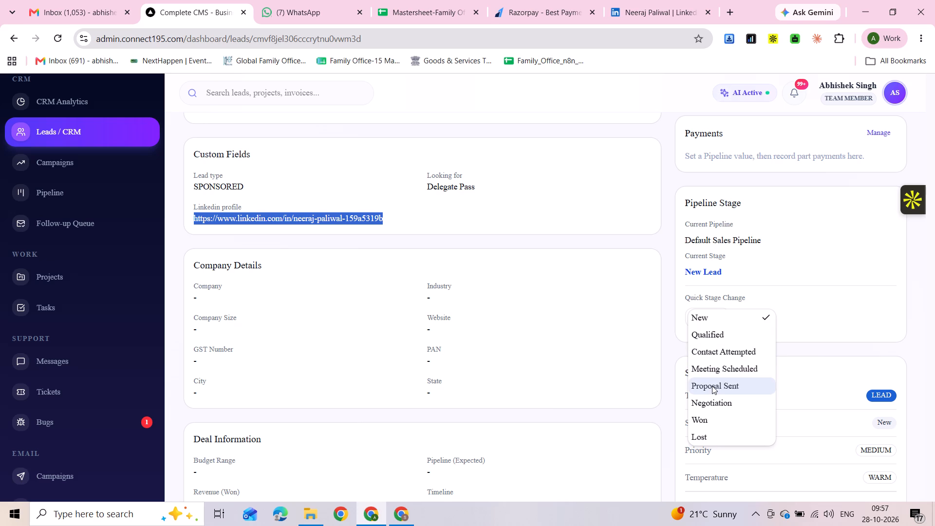
Change the open lead's pipeline stage to Contact Attempted.
left_click(712, 386)
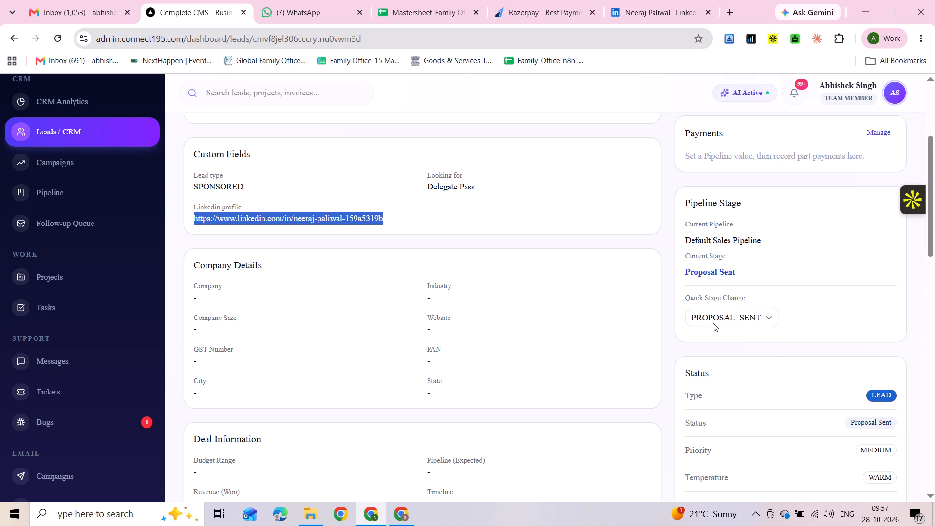
left_click(714, 317)
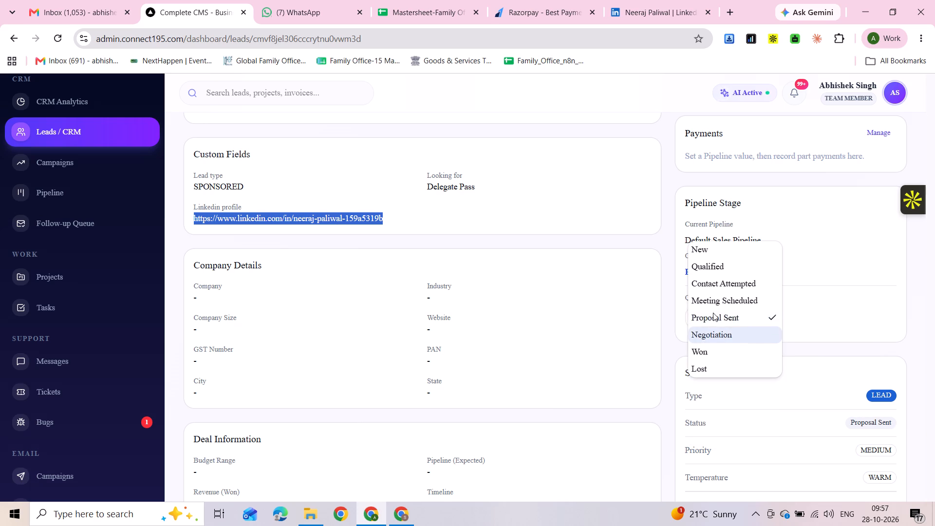
left_click(713, 284)
Post a two-line discussion note on the lead: "I have send the invitation note ." and "Call placed on 30th october 12:00 Noon".
scroll(551, 321, "down", 5)
scroll(238, 405, "down", 2)
left_click(263, 400)
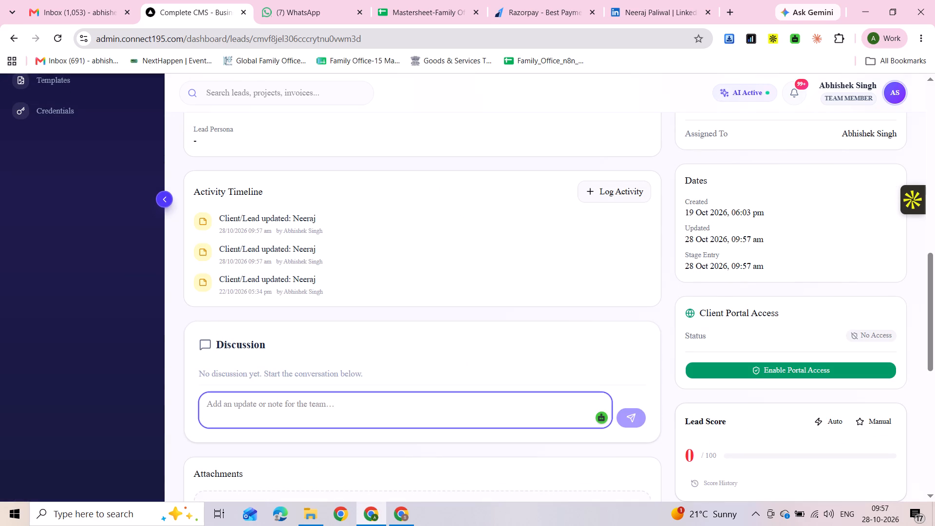
type("I have send the invitation note")
key("space")
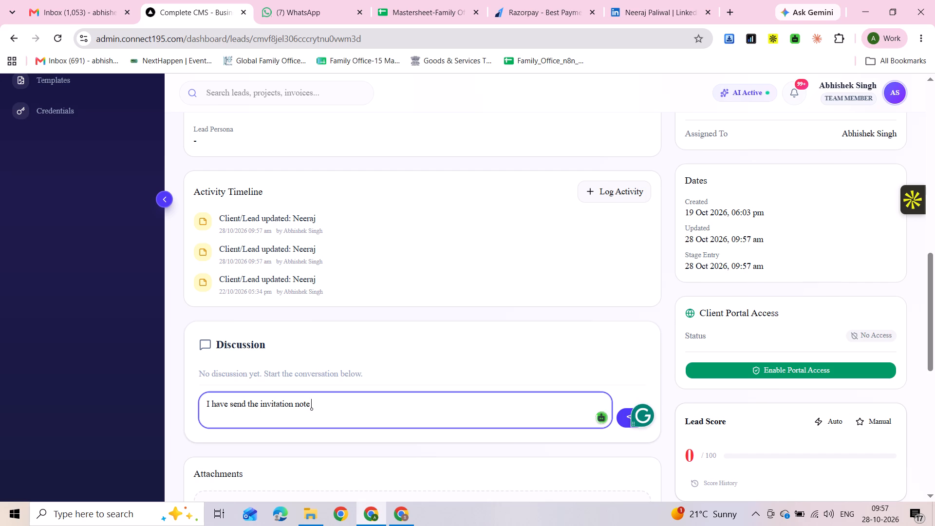
type(".")
key("shift+Return")
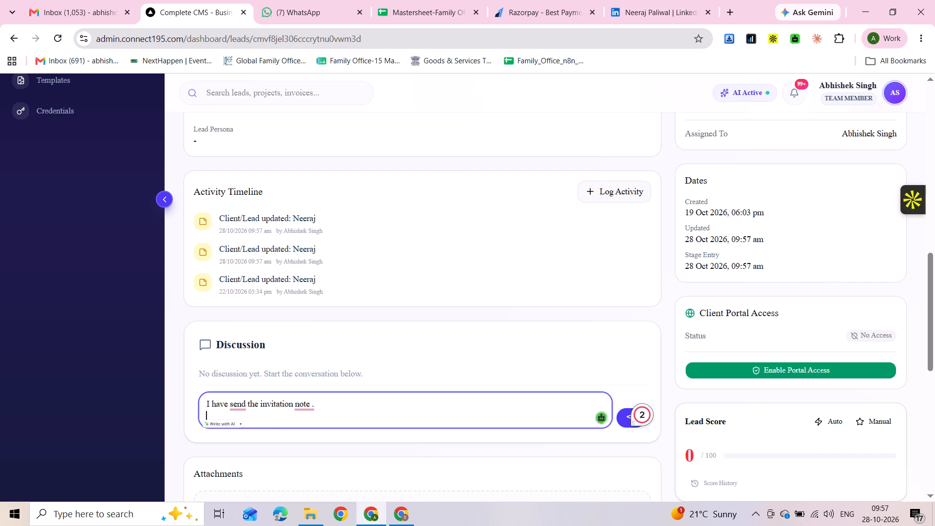
type("Call placed the")
key("space")
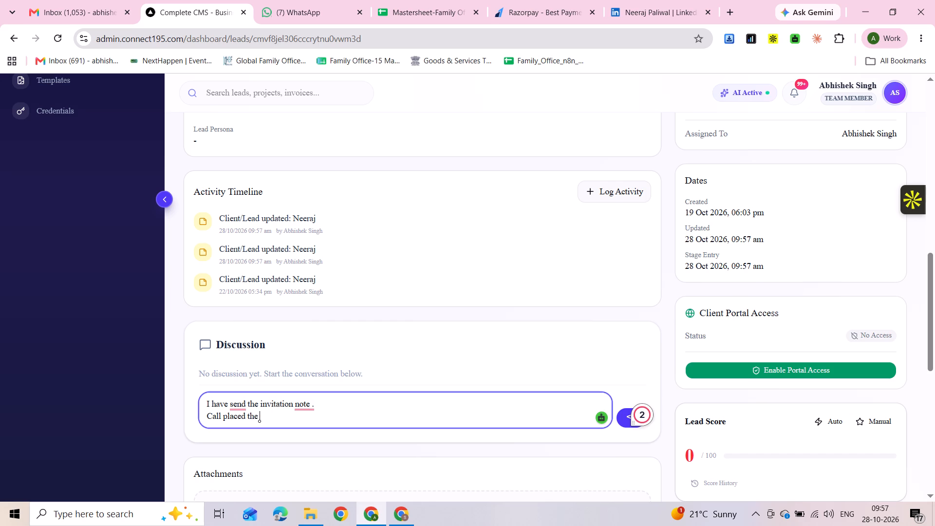
key("BackSpace")
key("BackSpace")
key("BackSpace")
key("BackSpace")
type("on")
key("space")
type("30th")
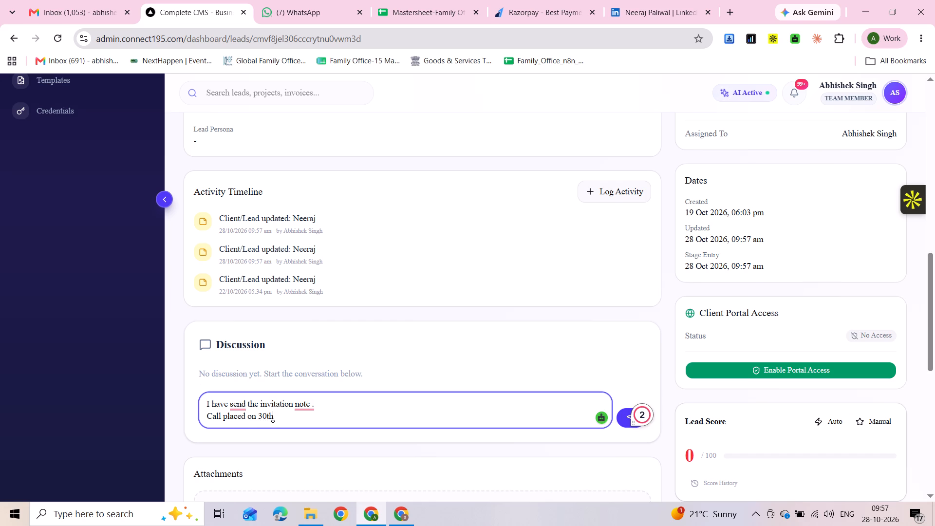
key("space")
type("october 12")
type(":00 Noon")
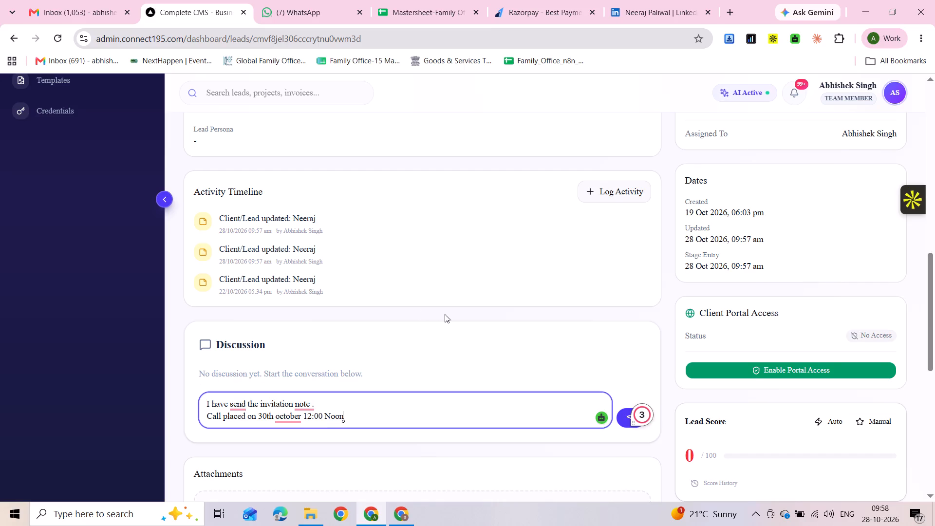
left_click(624, 414)
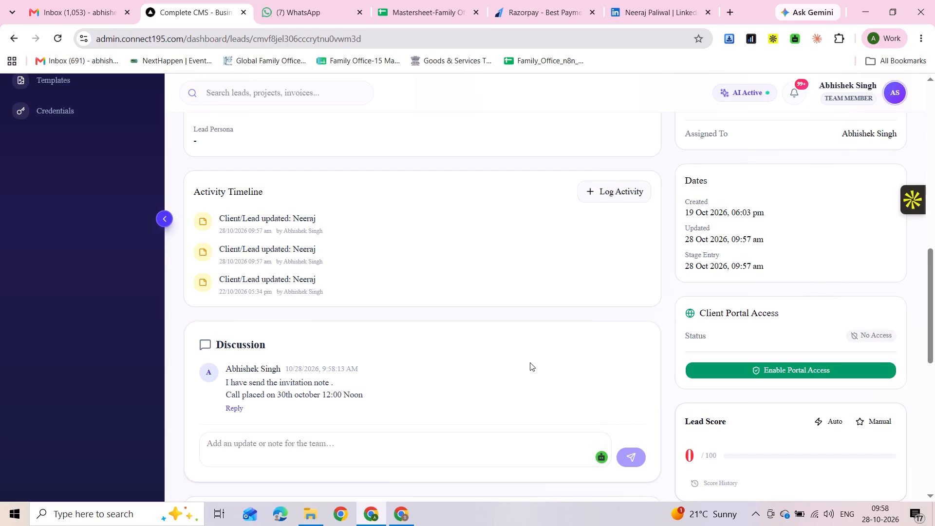
Return to the campaign's list of assigned New leads and look through it for another lead.
scroll(526, 362, "up", 8)
scroll(479, 339, "up", 5)
scroll(362, 290, "up", 4)
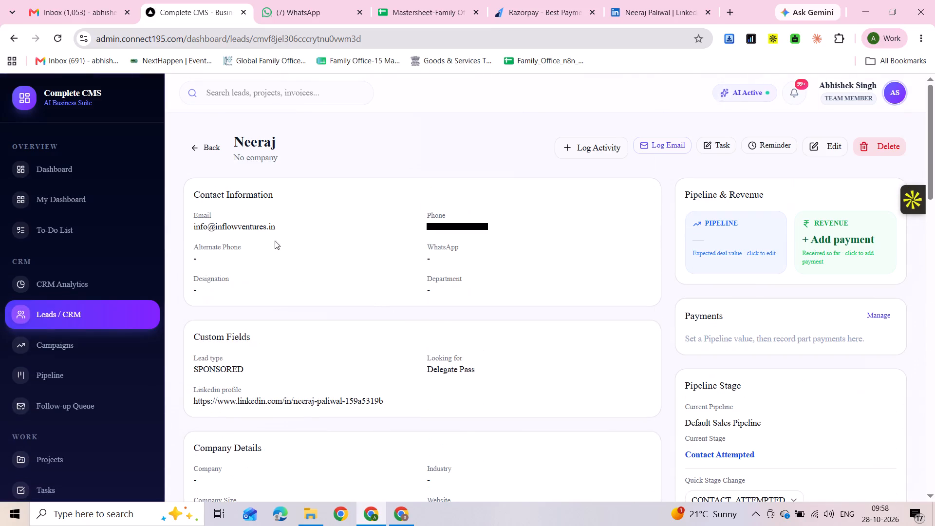
left_click(196, 149)
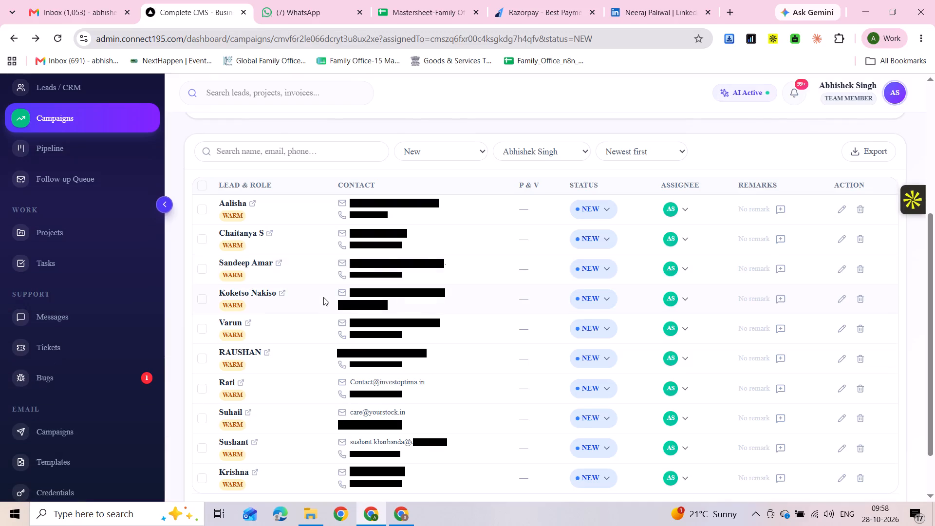
scroll(323, 297, "down", 2)
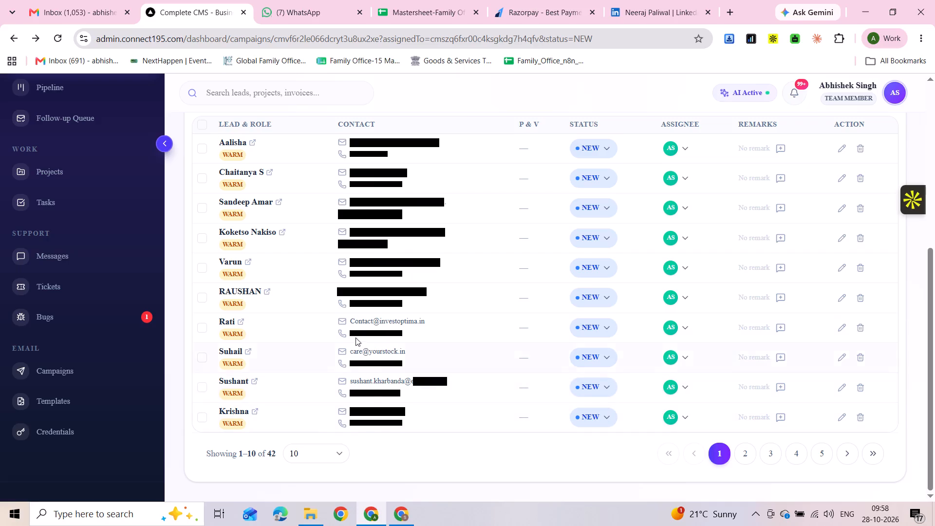
Open Chaitanya's lead record from the campaign's New leads and copy the email address in the contact information.
left_click(245, 175)
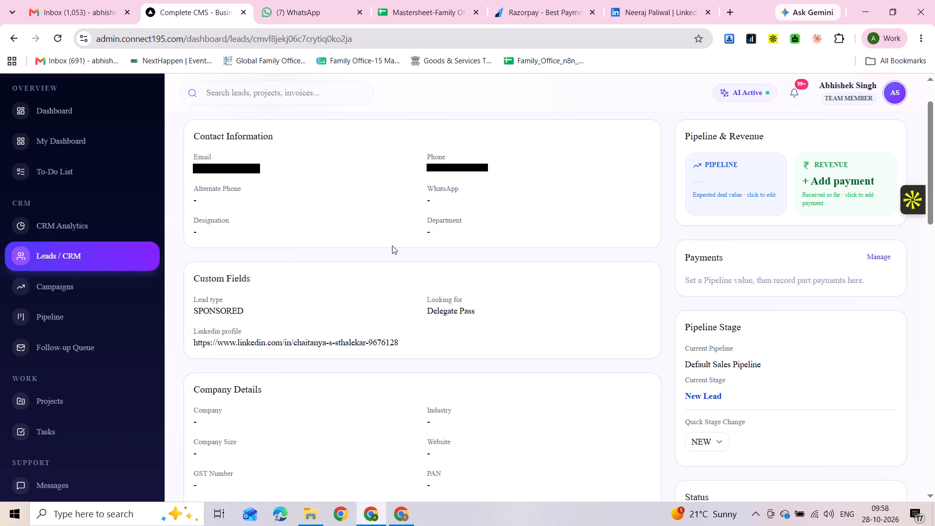
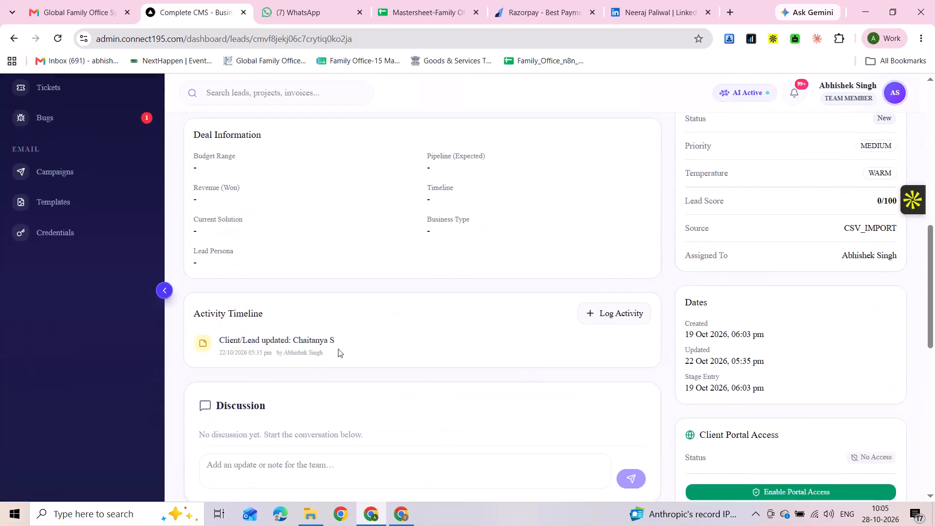
Look over the open lead's record, from its activity and discussion history back to the contact details and pipeline stage.
scroll(338, 349, "up", 9)
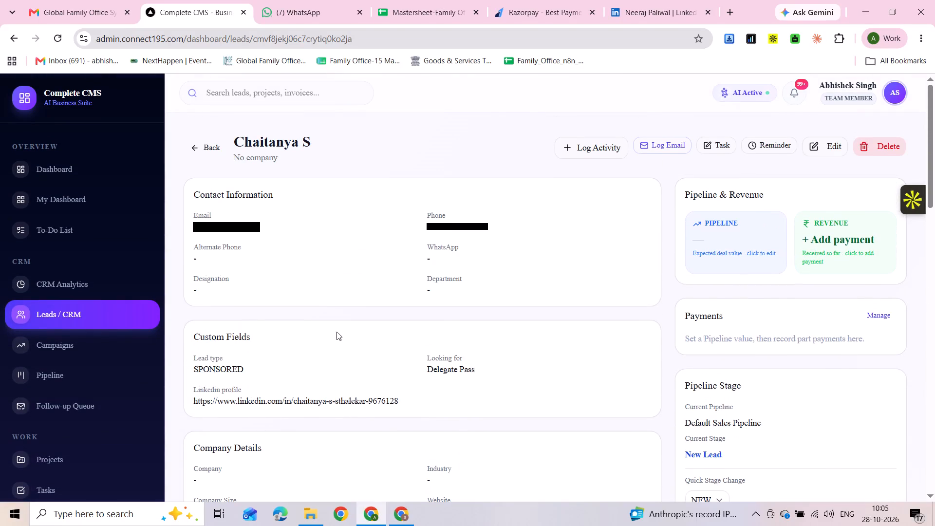
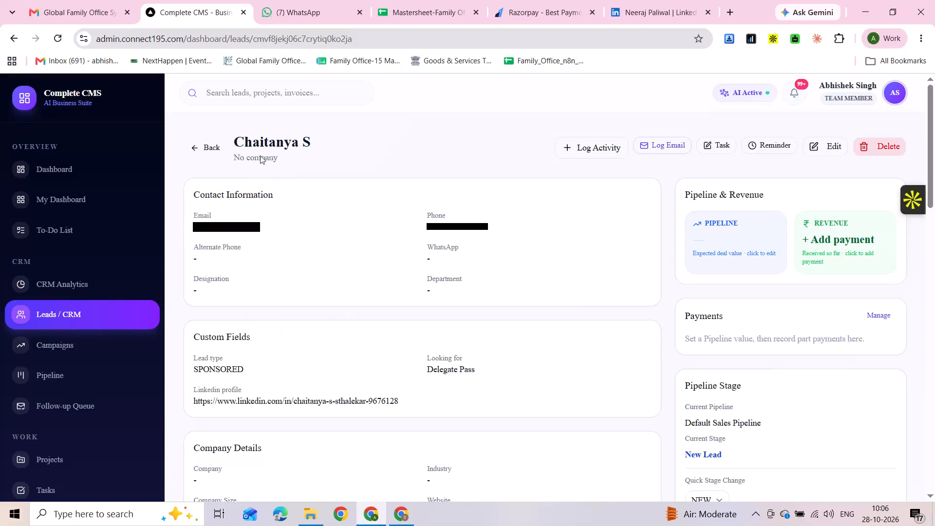
left_click(201, 149)
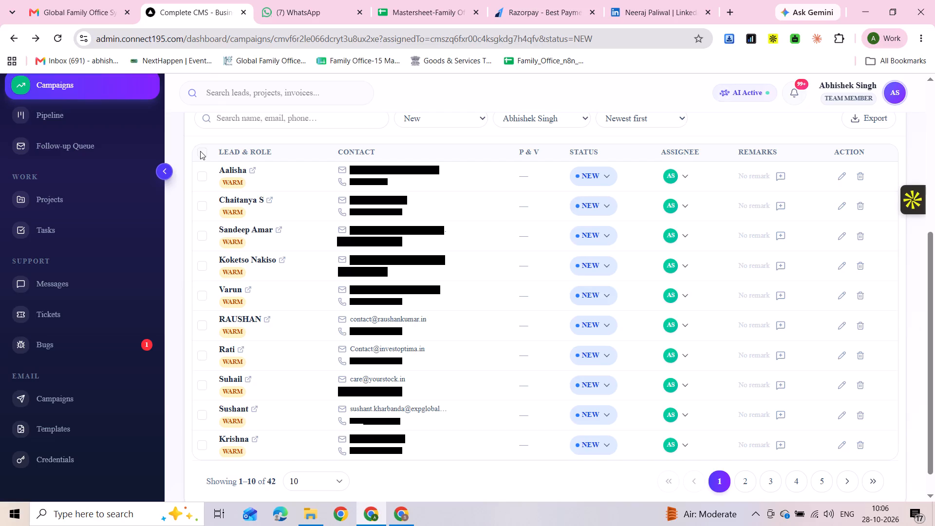